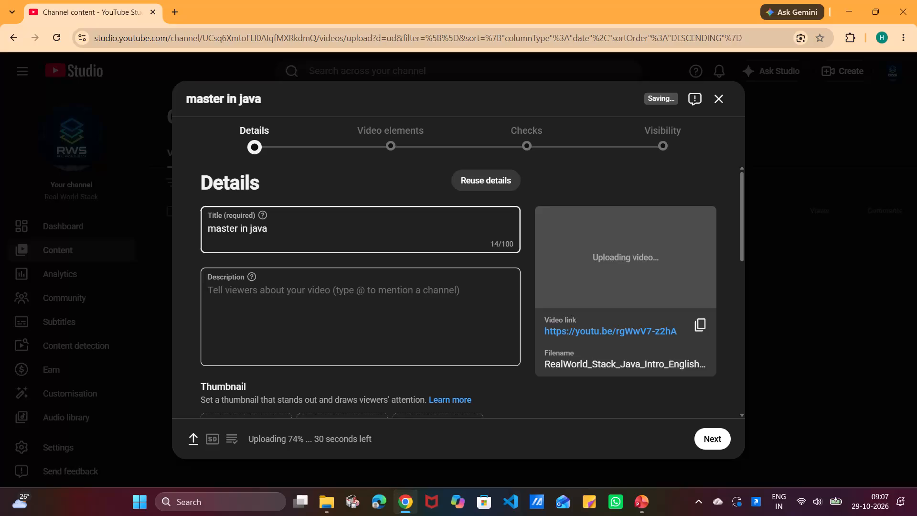
Complete the video title so it reads "want to become master in java?".
type("whant")
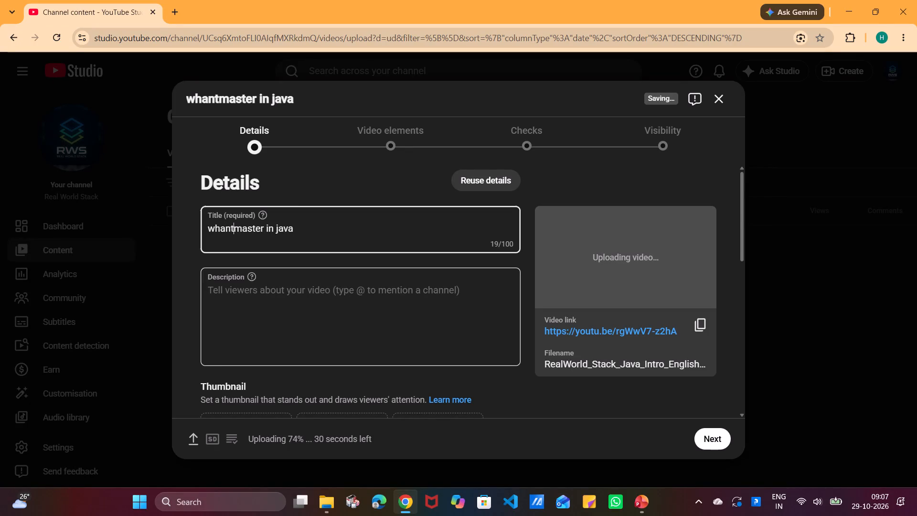
key("BackSpace")
key("BackSpace")
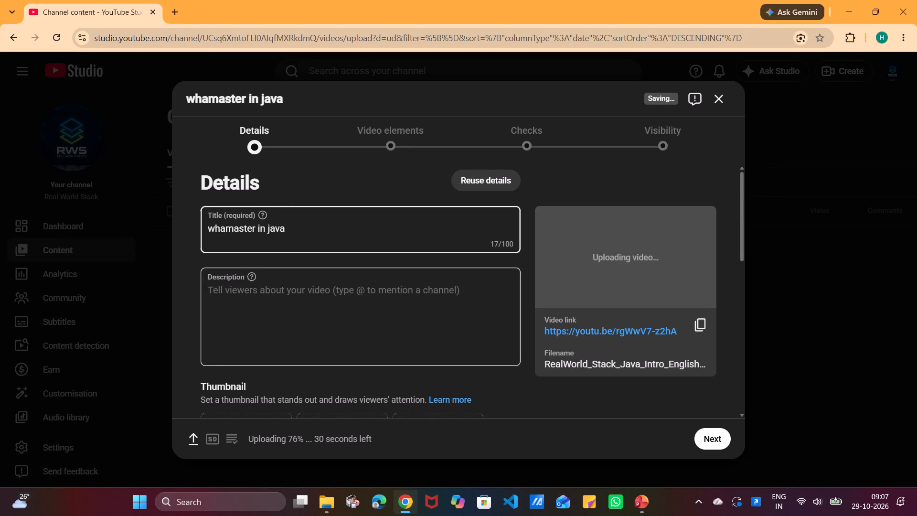
key("BackSpace")
key("BackSpace")
type("ant to become")
key("space")
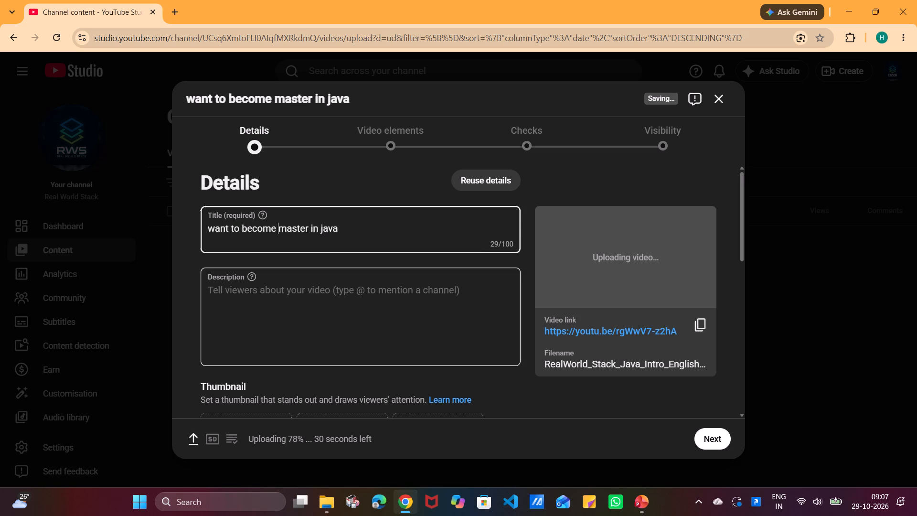
left_click(356, 237)
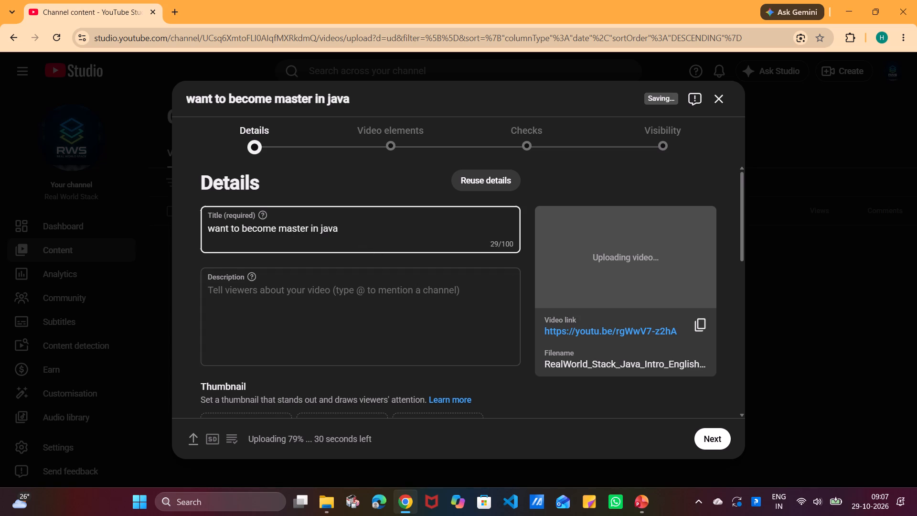
key("shift+question")
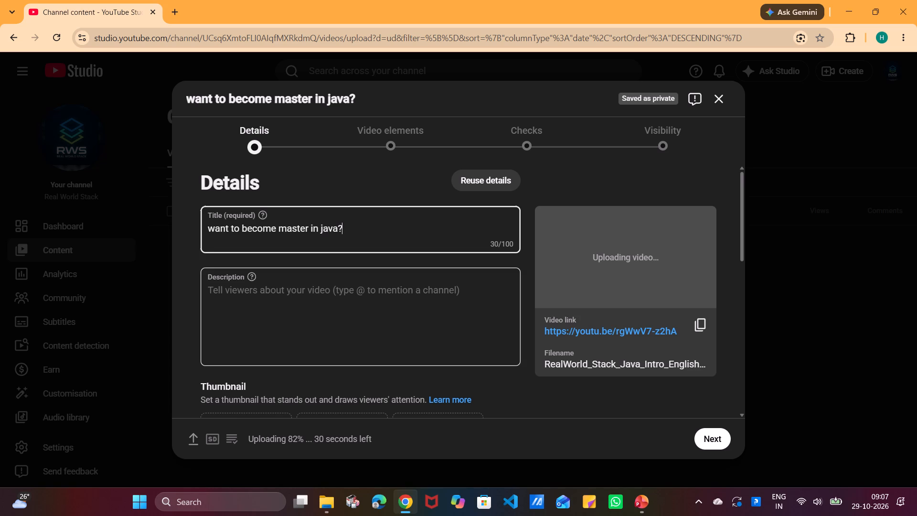
left_click(310, 286)
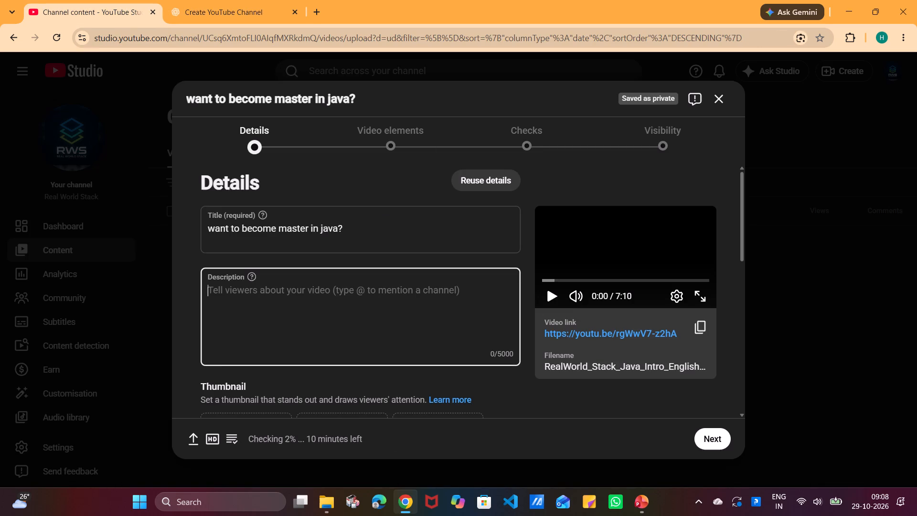
left_click(389, 296)
key("ctrl+v")
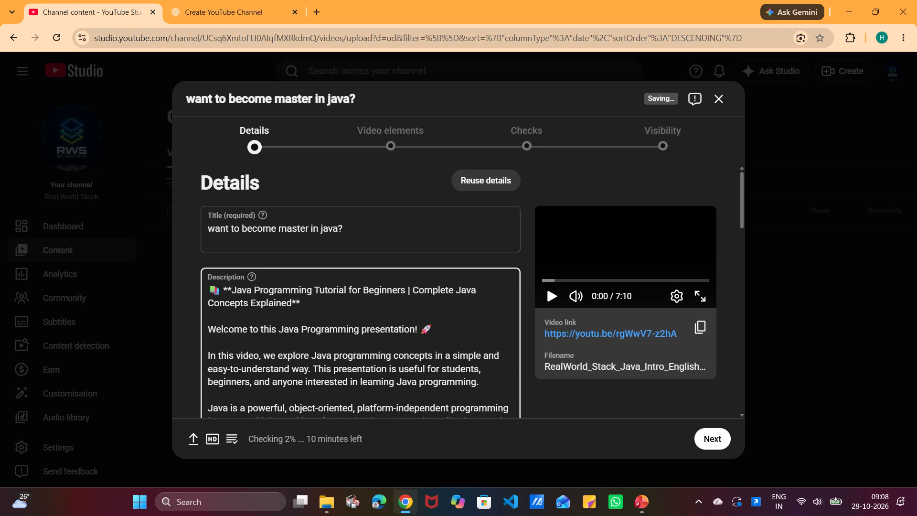
Play the video preview and review the remaining upload details, including the age restriction options.
left_click(556, 297)
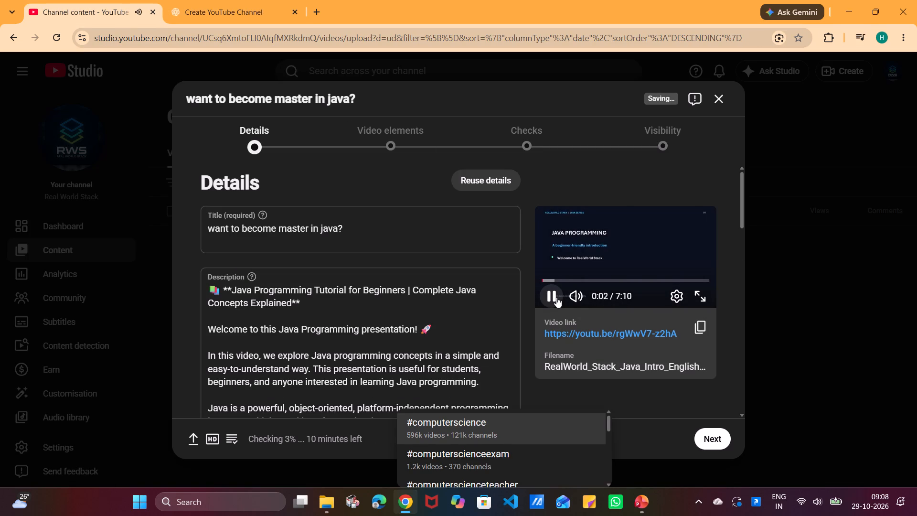
scroll(361, 387, "down", 5)
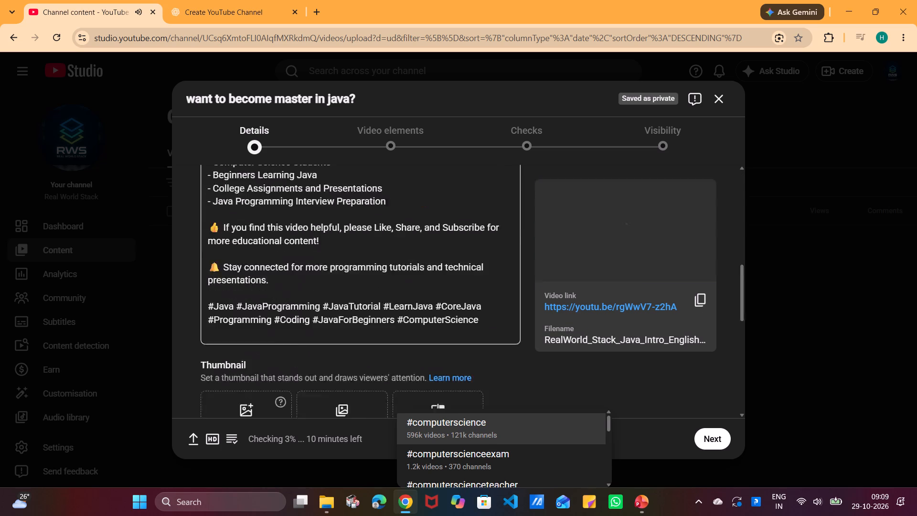
scroll(361, 387, "down", 2)
scroll(361, 387, "up", 2)
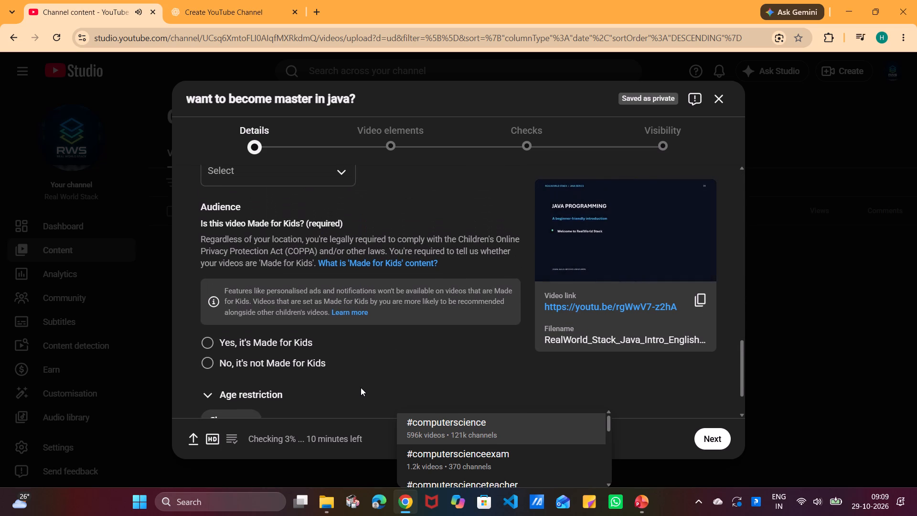
scroll(361, 387, "up", 1)
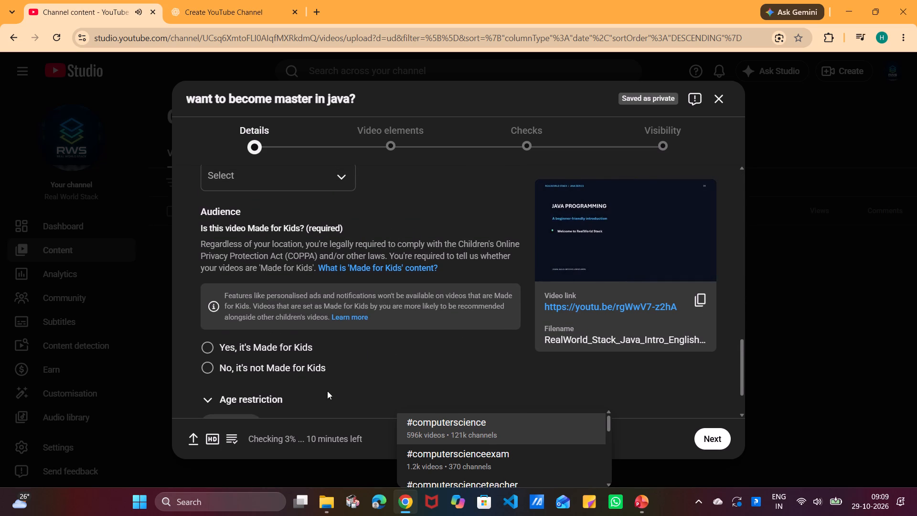
left_click(395, 377)
scroll(395, 377, "down", 2)
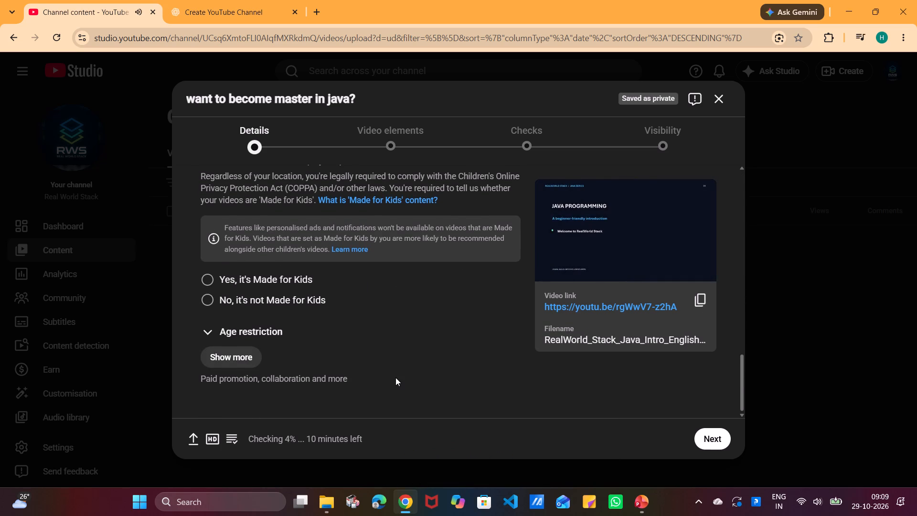
left_click(205, 330)
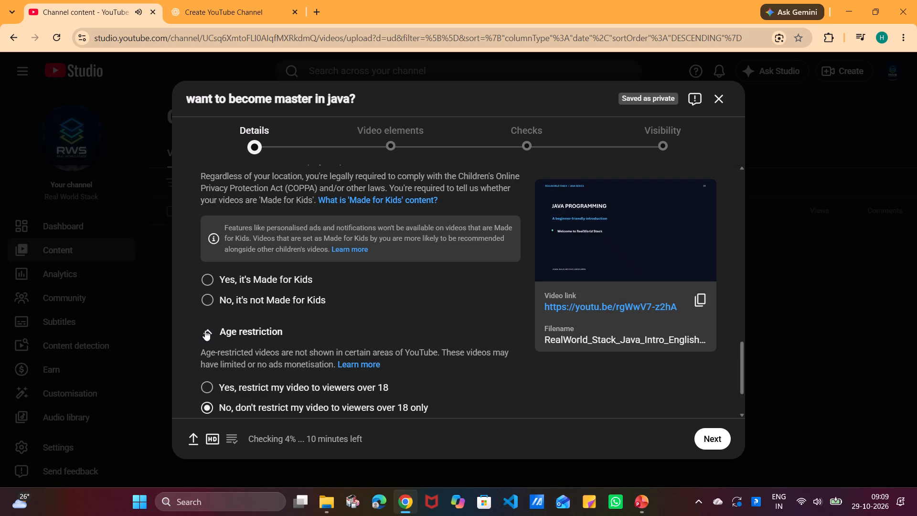
scroll(205, 330, "down", 2)
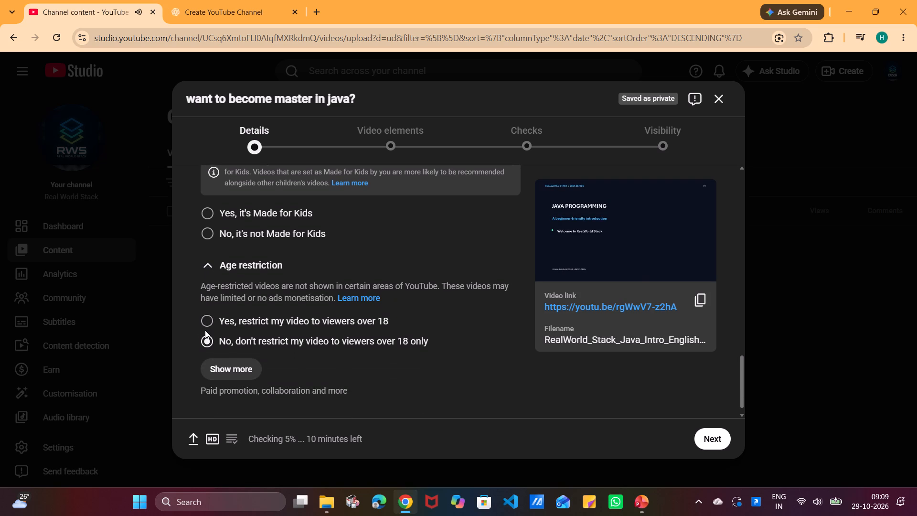
left_click(206, 268)
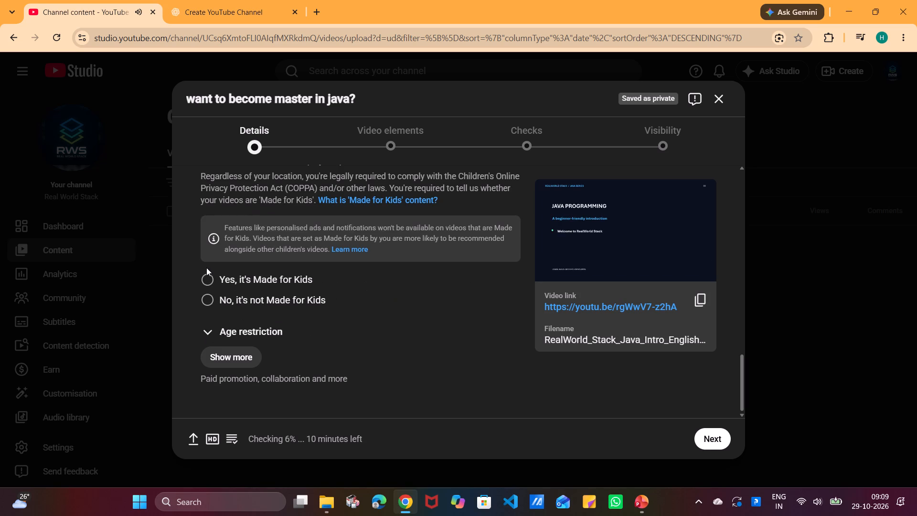
scroll(537, 322, "down", 1)
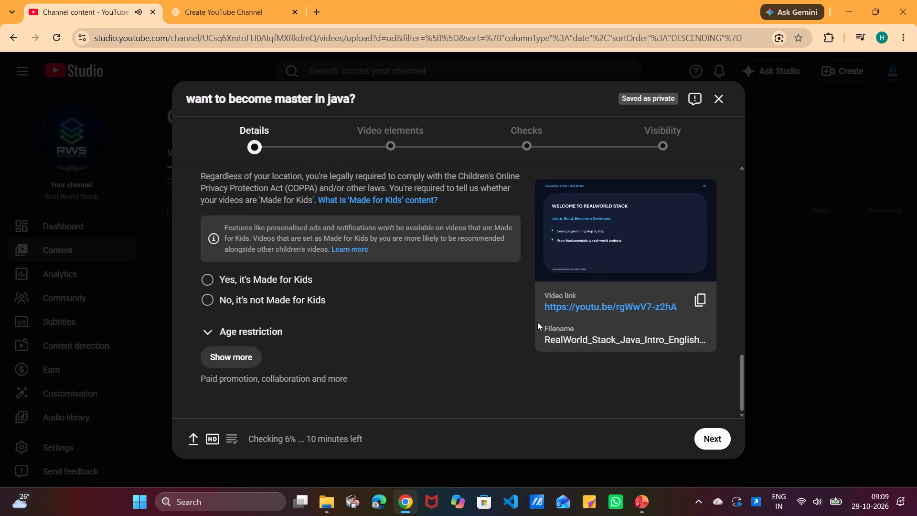
Set the video's audience to "No, it's not Made for Kids".
scroll(566, 332, "up", 2)
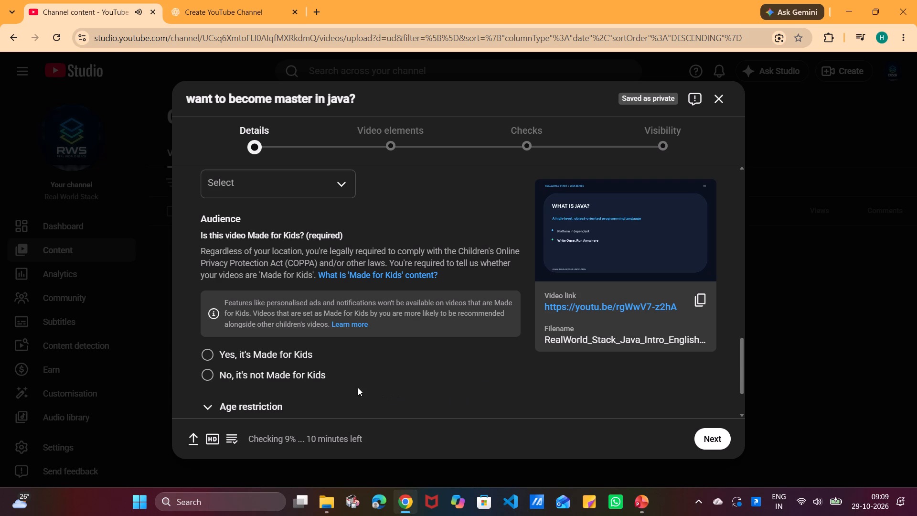
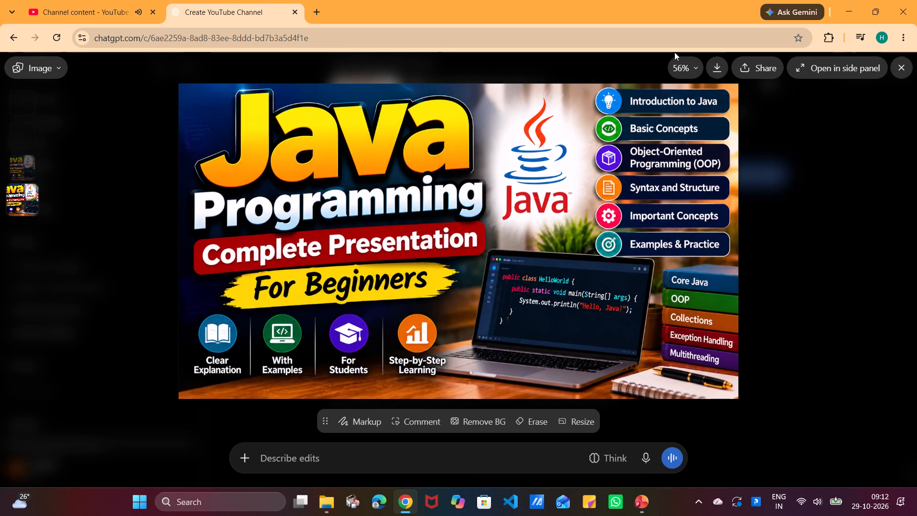
left_click(714, 65)
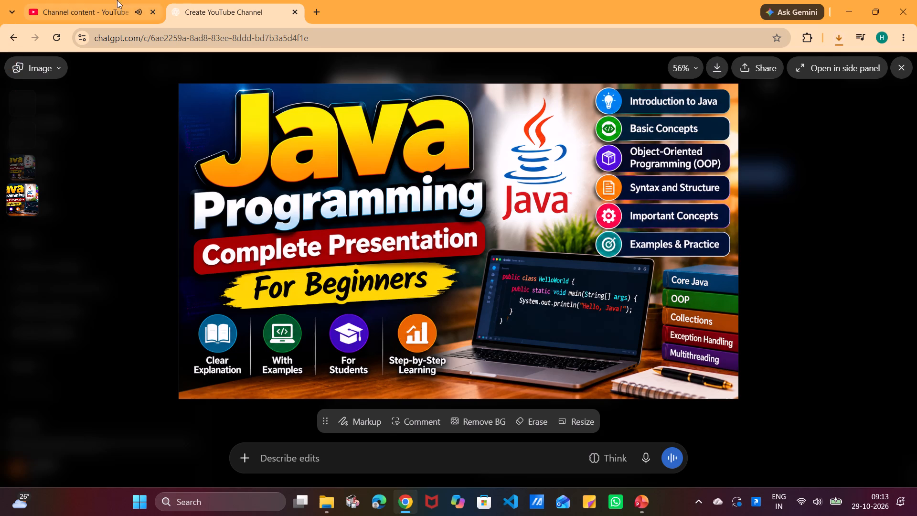
Back in YouTube Studio, try to upload a custom thumbnail file in the Java video's details.
left_click(92, 0)
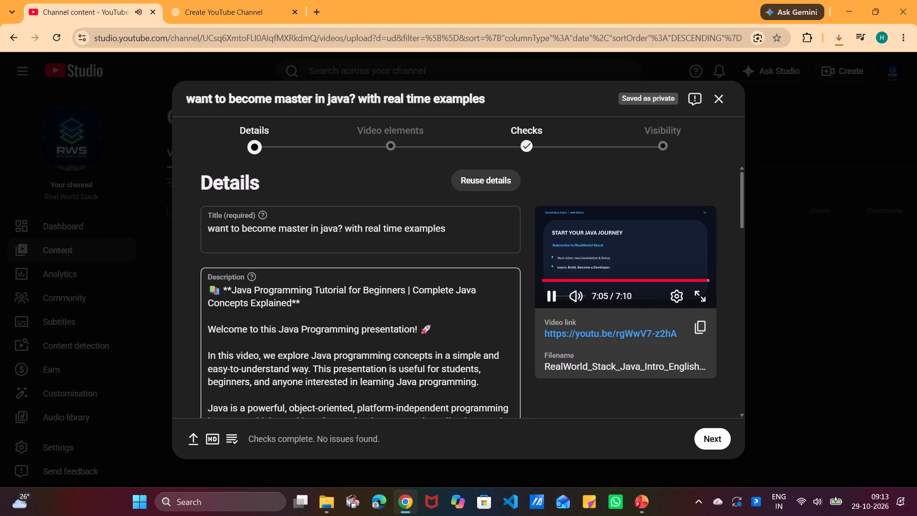
scroll(443, 288, "down", 5)
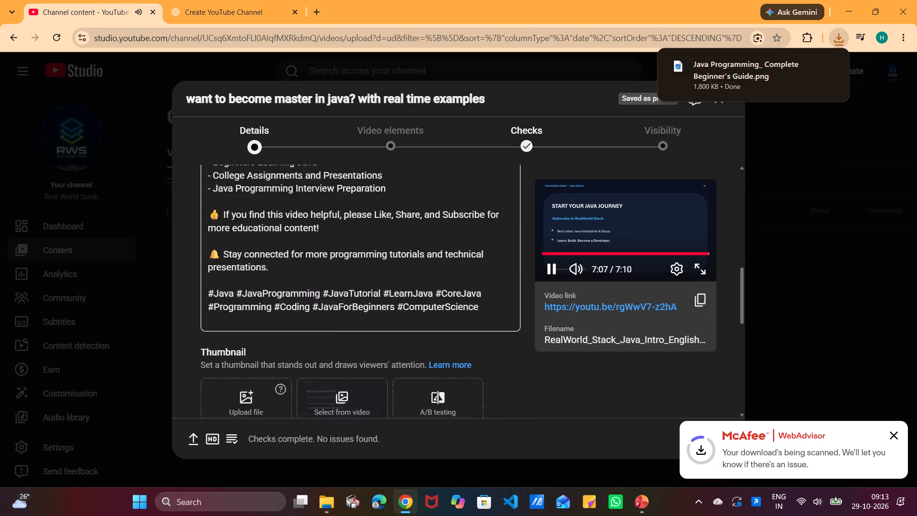
scroll(443, 288, "down", 1)
scroll(443, 288, "up", 1)
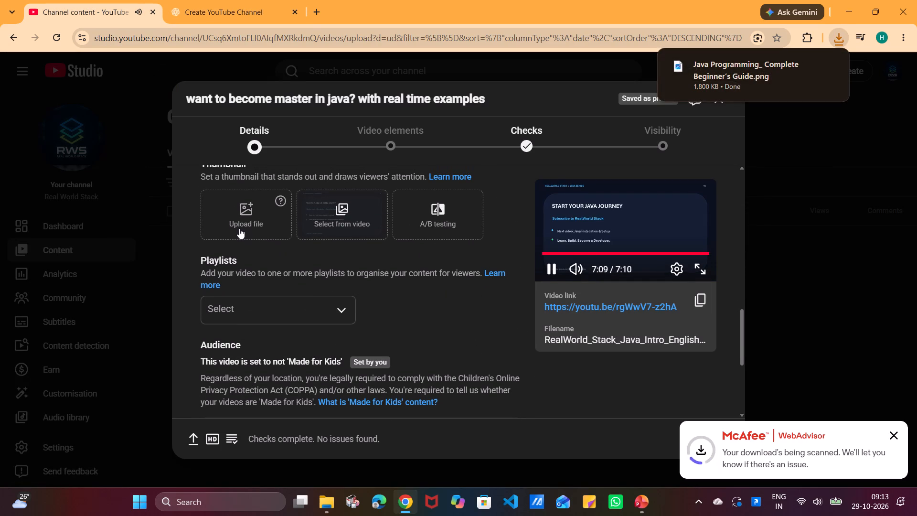
left_click(239, 228)
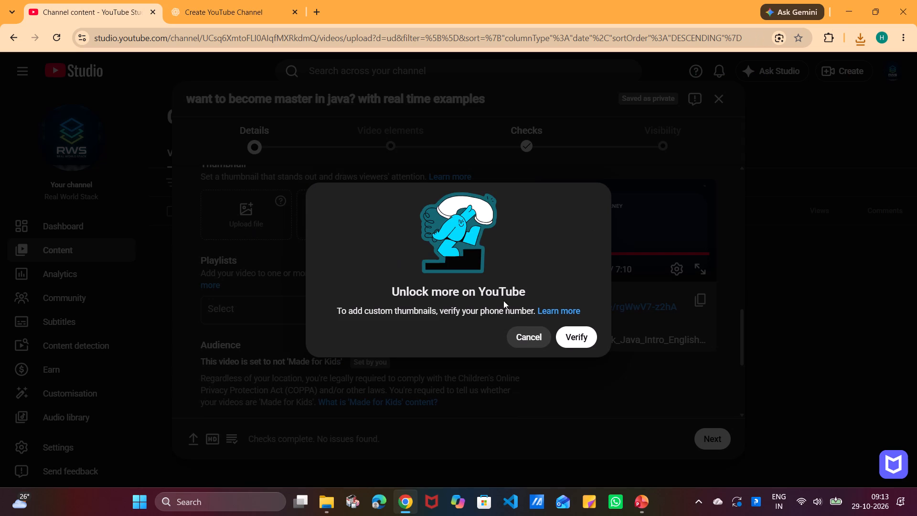
Start the phone number verification for the channel to unlock custom thumbnails.
left_click(568, 330)
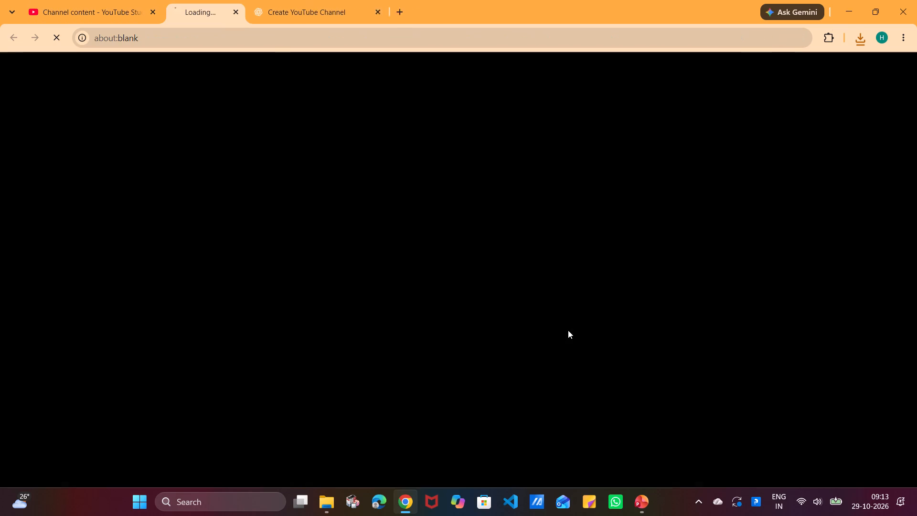